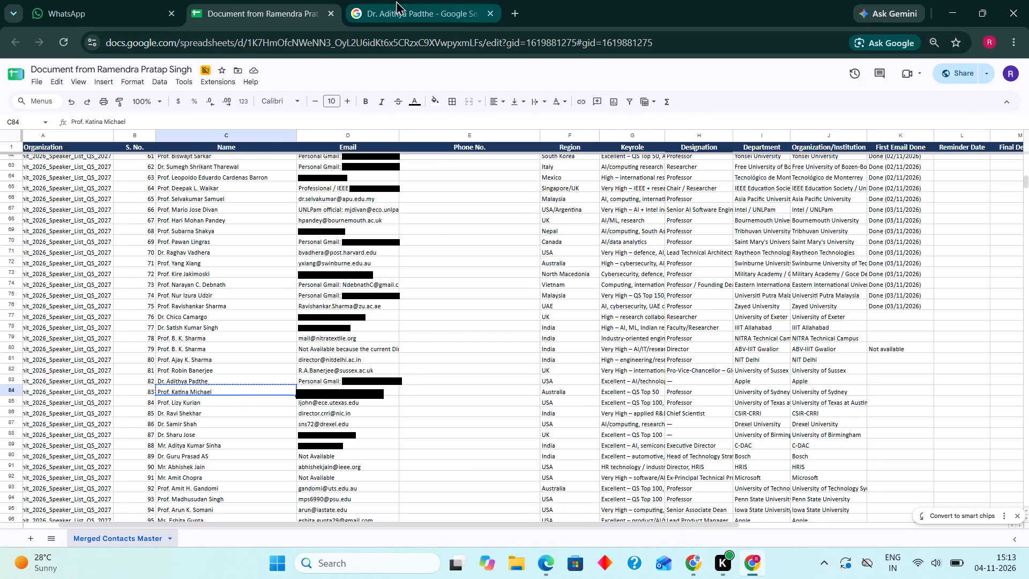
Search Google Images for the speaker name copied from row 84 of the contacts spreadsheet.
click(396, 1)
click(575, 96)
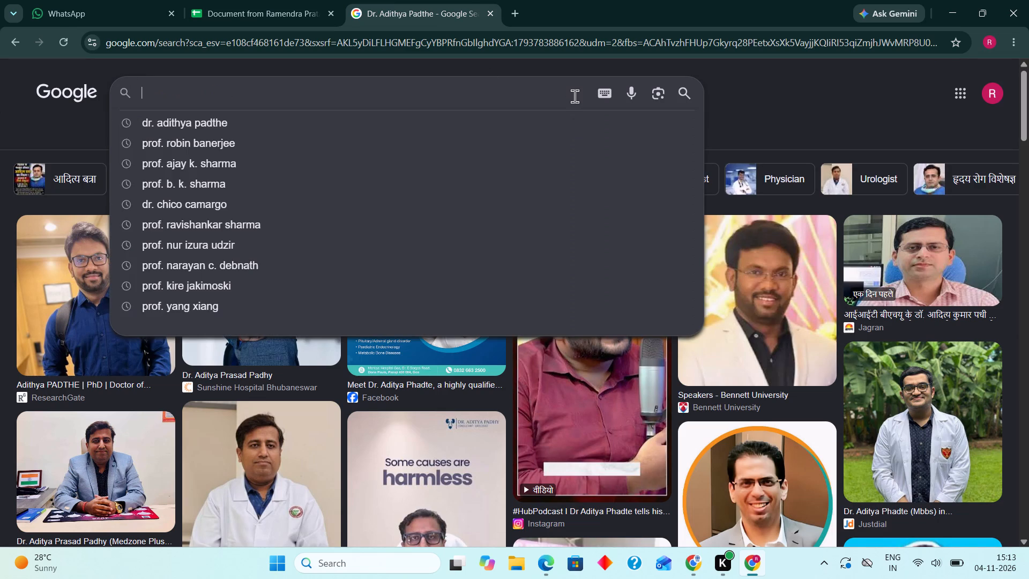
key(ctrl+v)
key(Return)
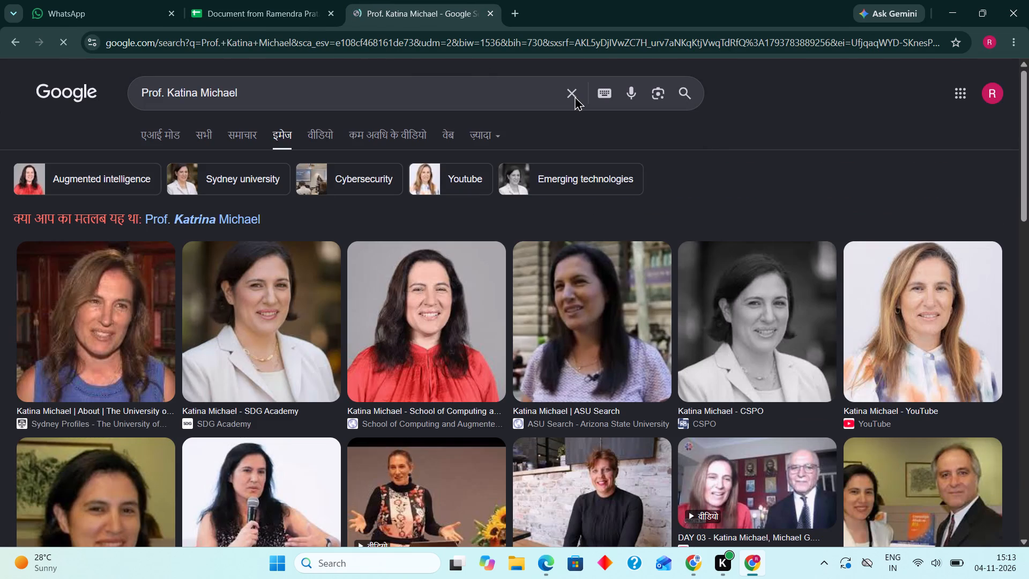
Copy the email address of the speaker in row 84 of the Merged Contacts Master sheet.
click(247, 0)
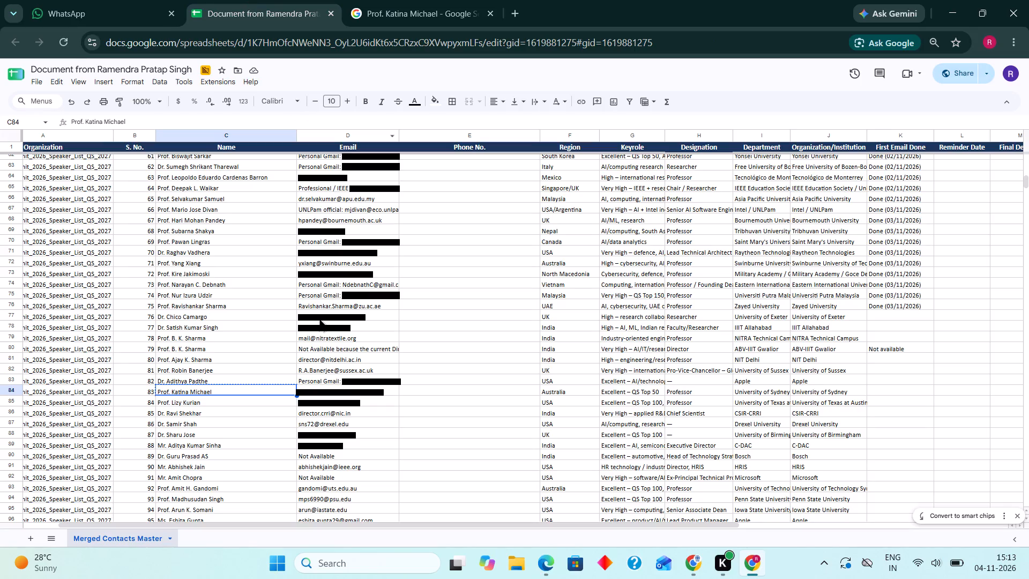
click(349, 389)
key(ctrl+c)
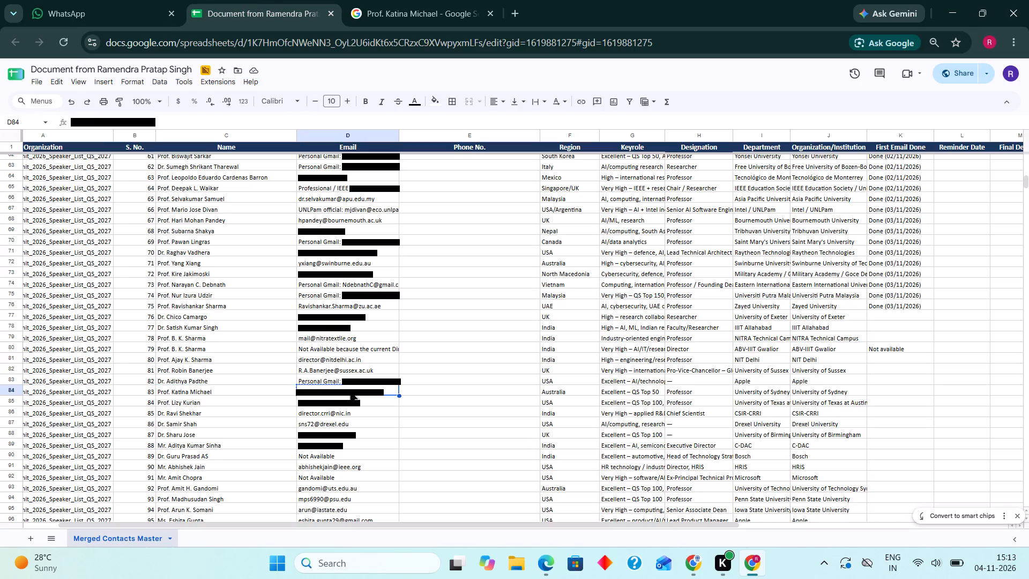
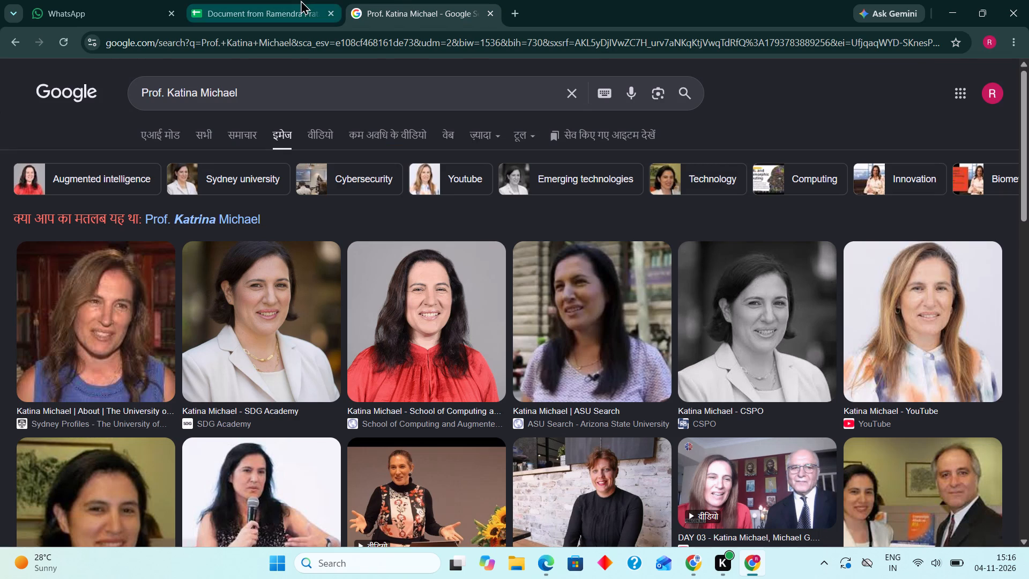
Switch from the image search results back to the Merged Contacts Master sheet of the contacts spreadsheet.
click(301, 0)
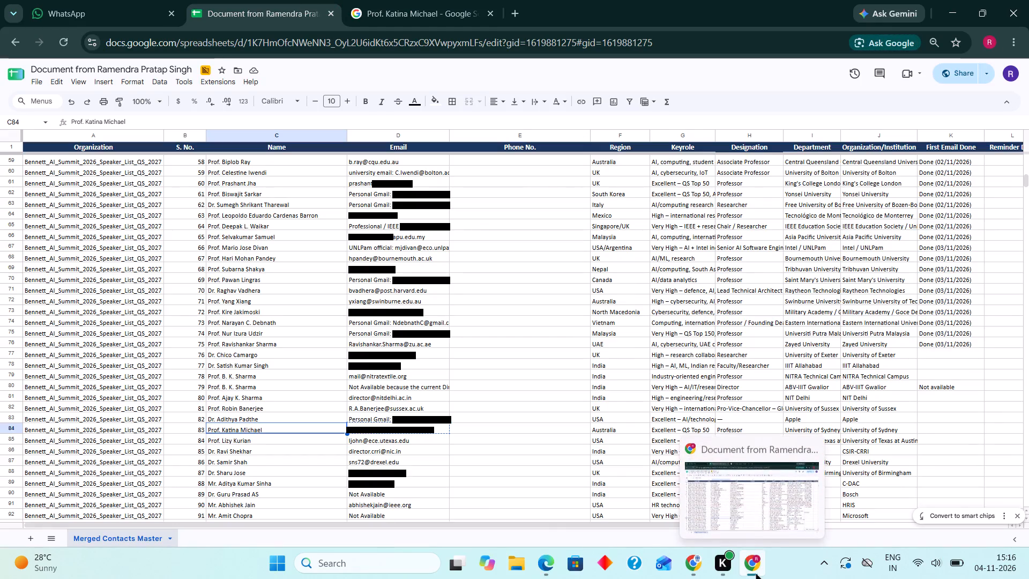
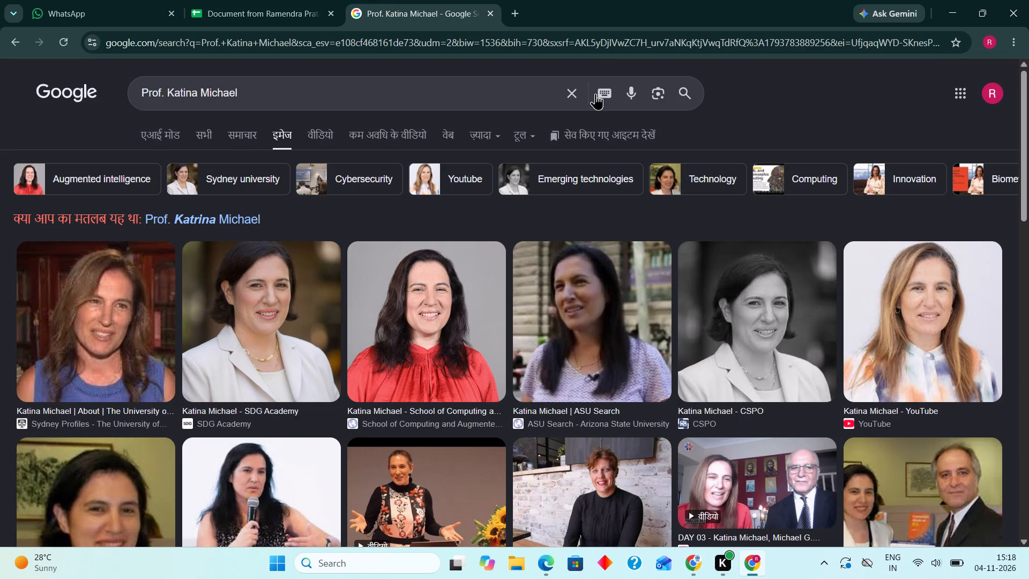
Search Google Images for the speaker name copied from row 85 of the contacts spreadsheet.
click(572, 88)
key(ctrl+v)
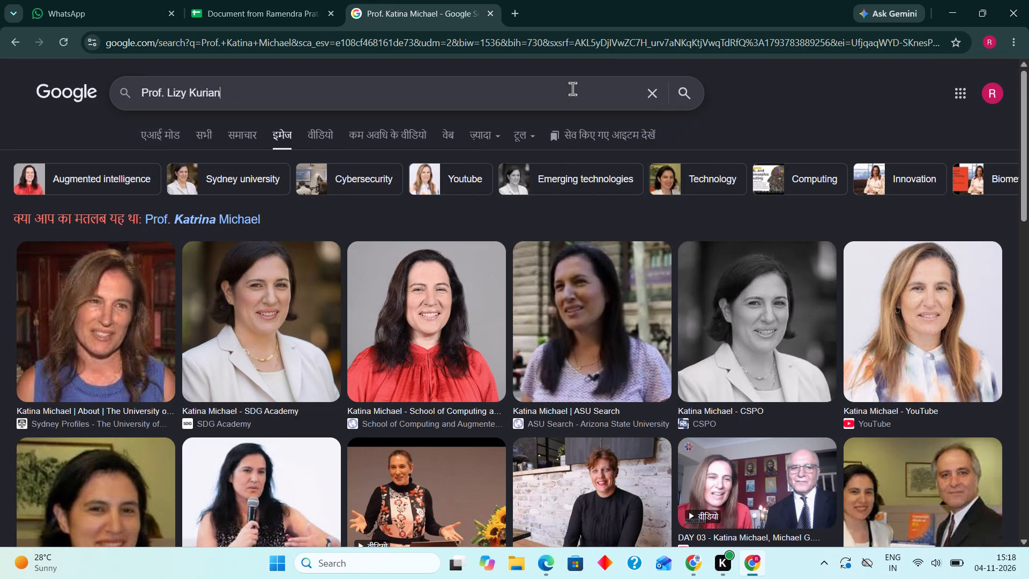
key(Return)
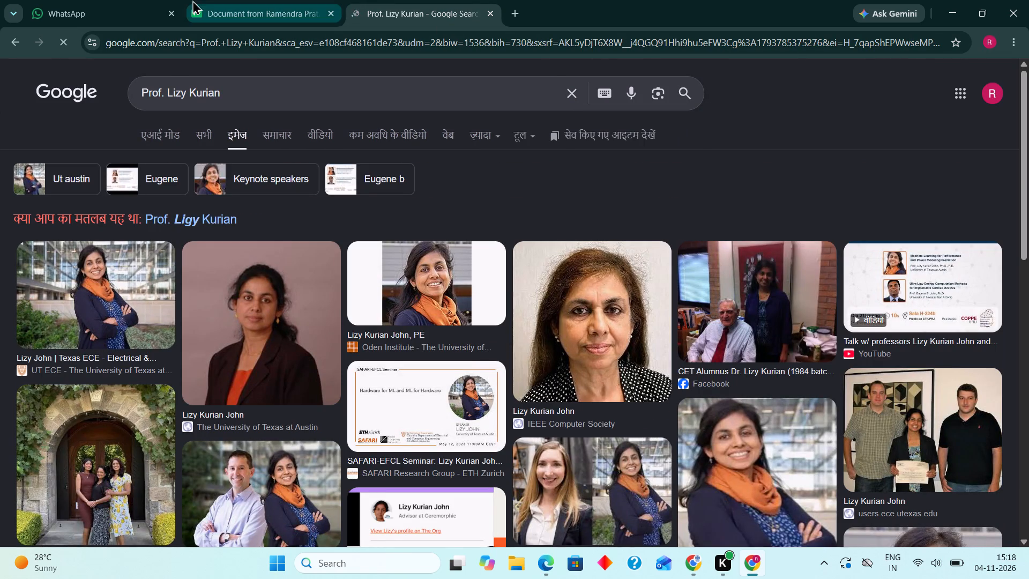
Return to the Merged Contacts Master sheet and copy the email address of the speaker in row 85.
click(235, 0)
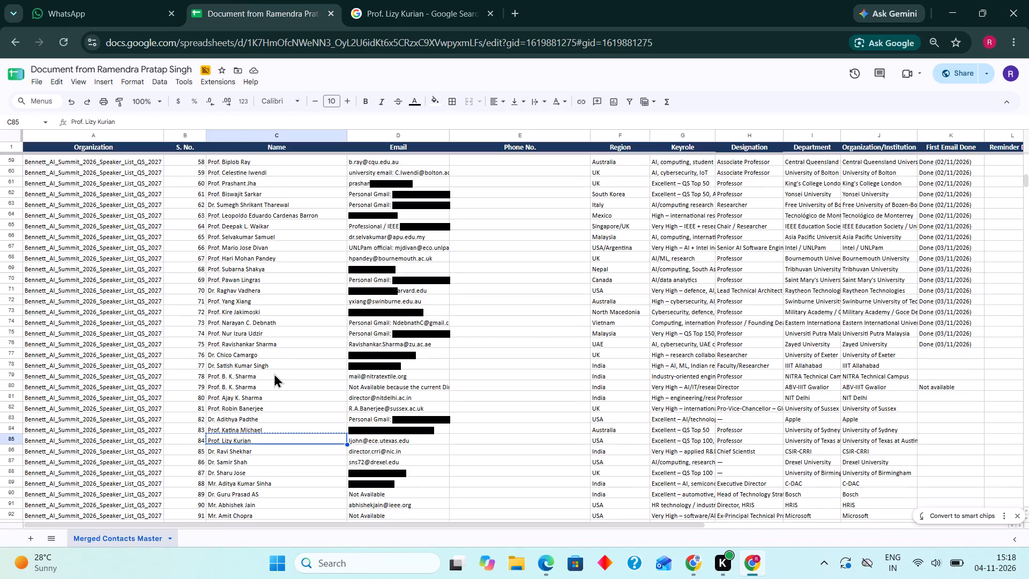
click(370, 439)
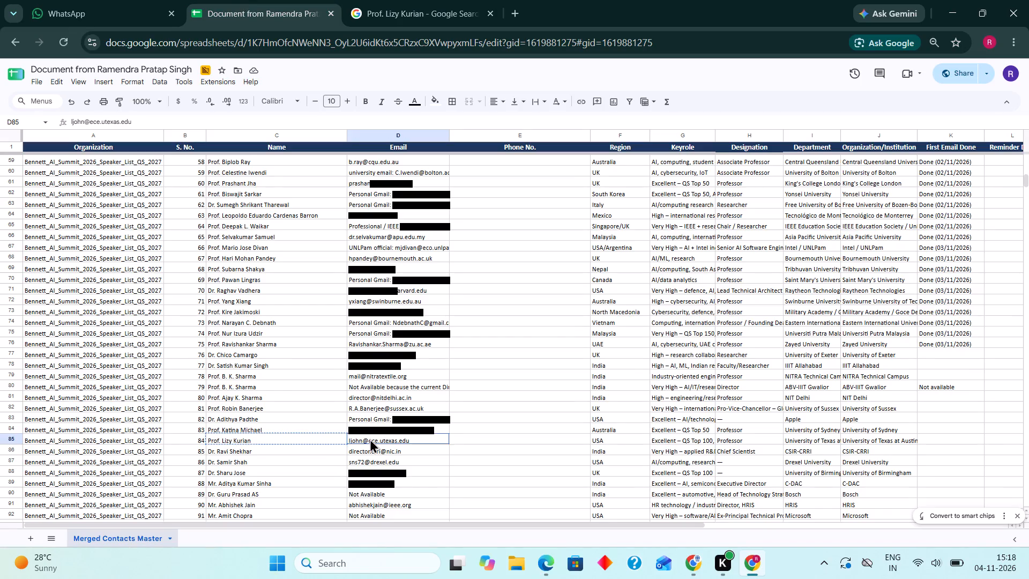
key(ctrl+c)
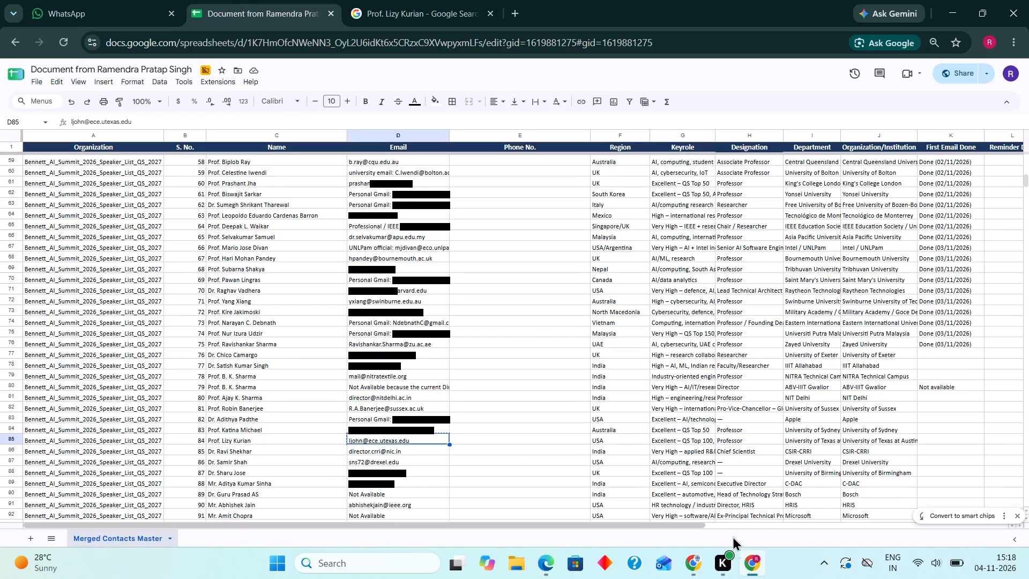
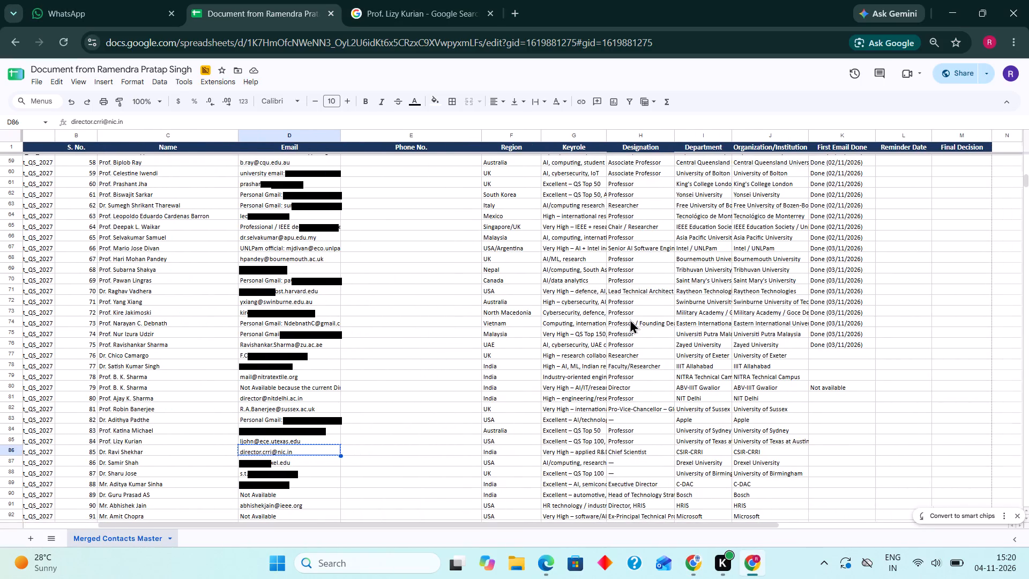
Copy the status text "Done (03/11/2026)" from the First Email Done cell of the speaker with S. No. 75.
click(811, 350)
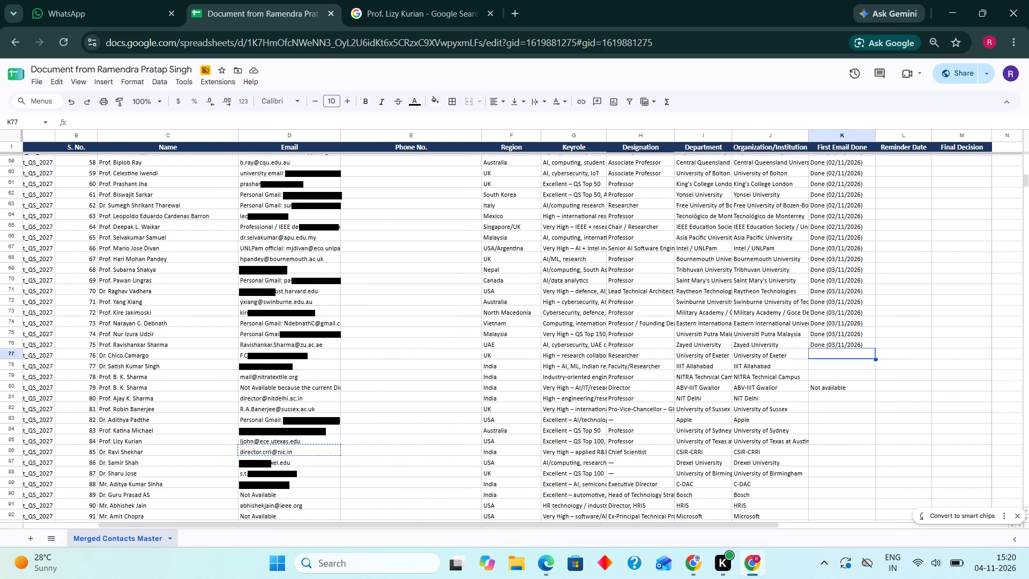
click(816, 347)
click(816, 342)
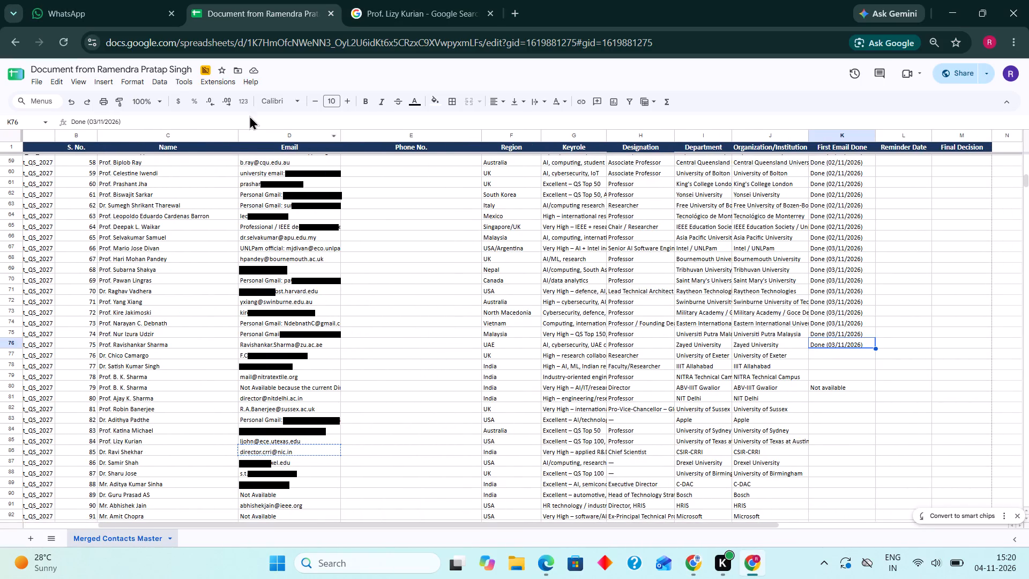
click(165, 125)
key(ctrl+a)
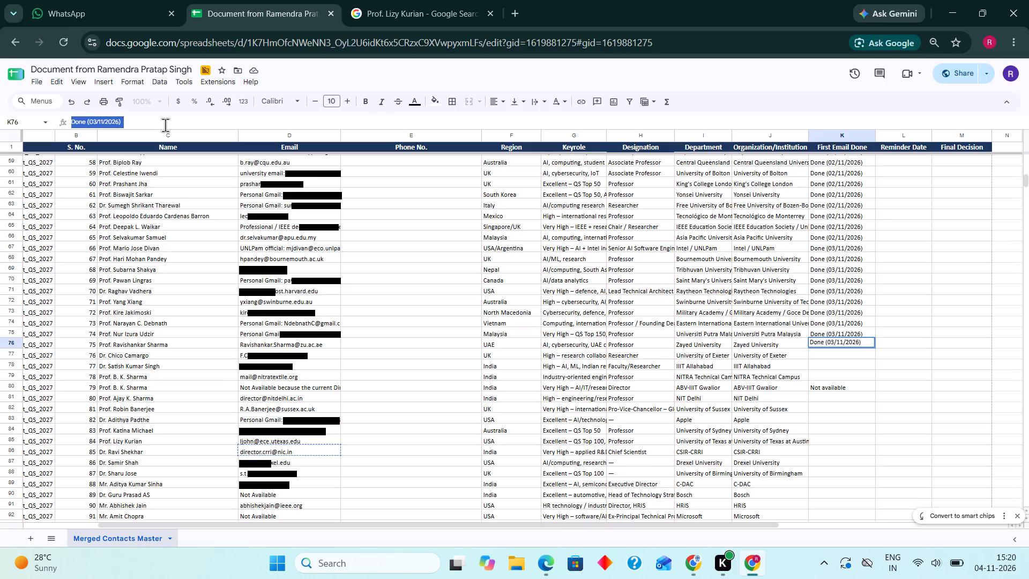
key(ctrl+c)
Enter "Done (04/11/2026)" in the First Email Done column at row 77 by reusing the copied entry with the new day.
click(819, 351)
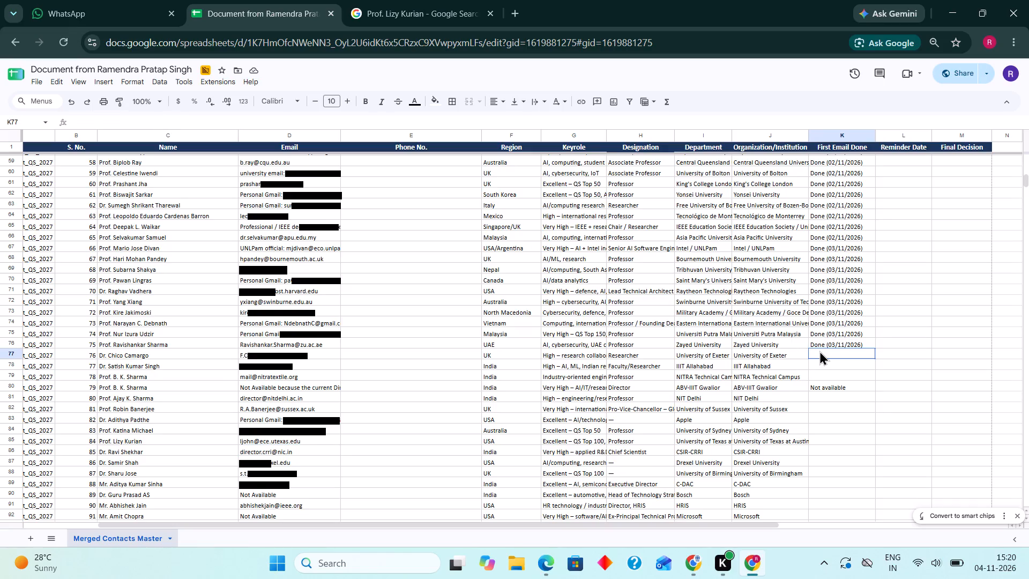
key(ctrl+v)
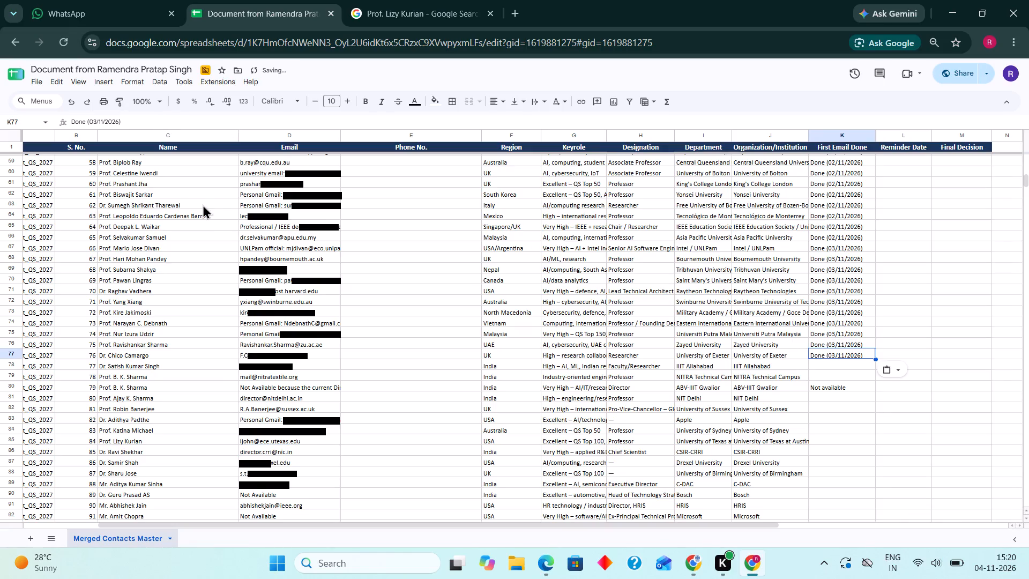
click(95, 121)
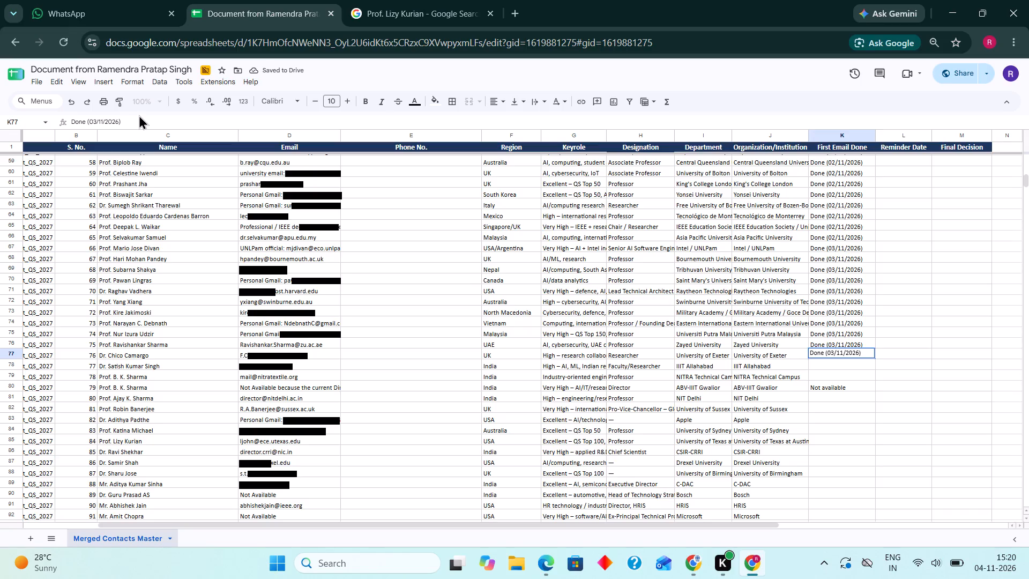
key(BackSpace)
key(4)
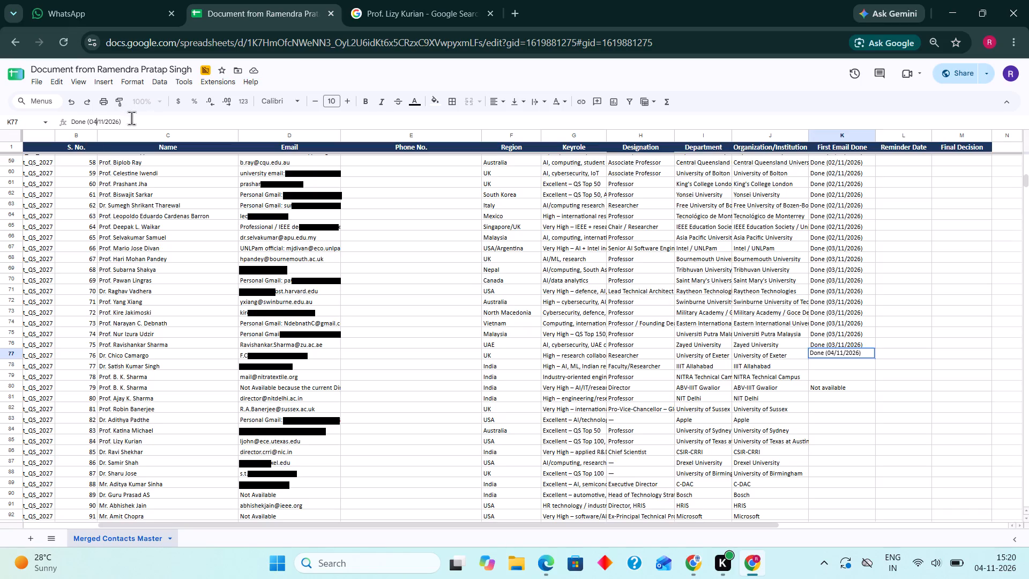
Copy the "Done (04/11/2026)" text from row 77 into the First Email Done cells of rows 78 and 79.
click(133, 123)
key(ctrl+a)
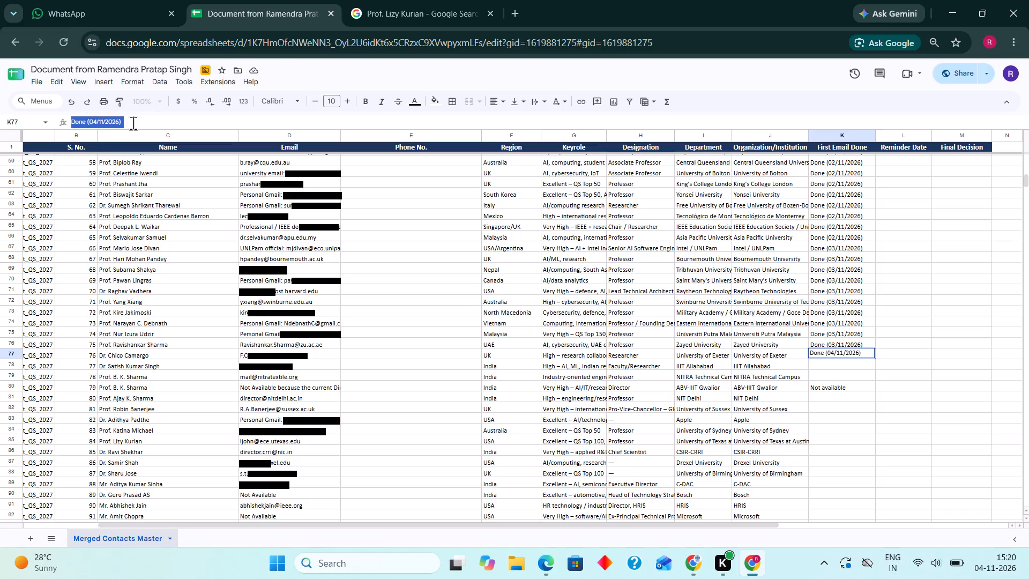
key(ctrl+c)
click(826, 358)
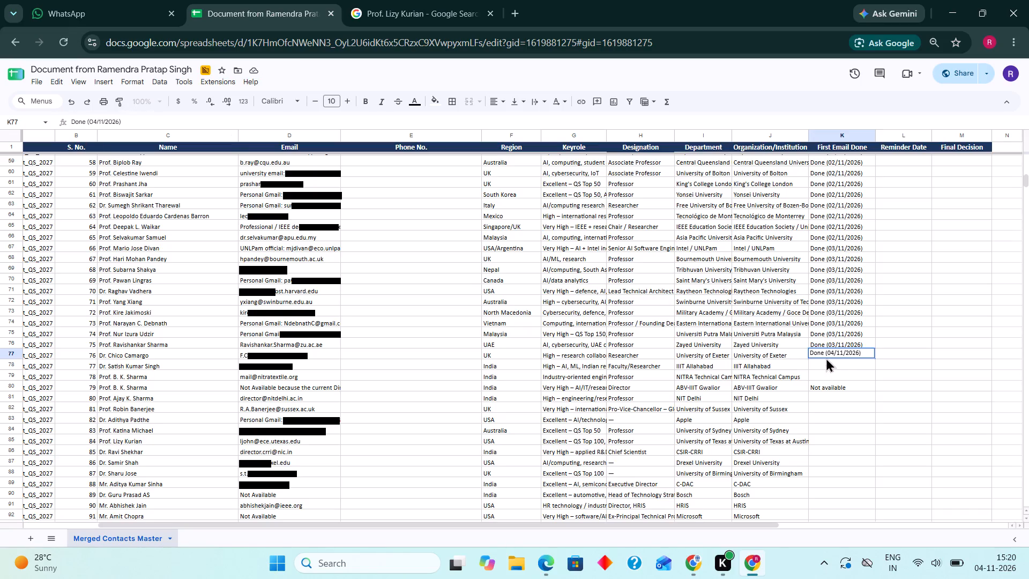
click(826, 361)
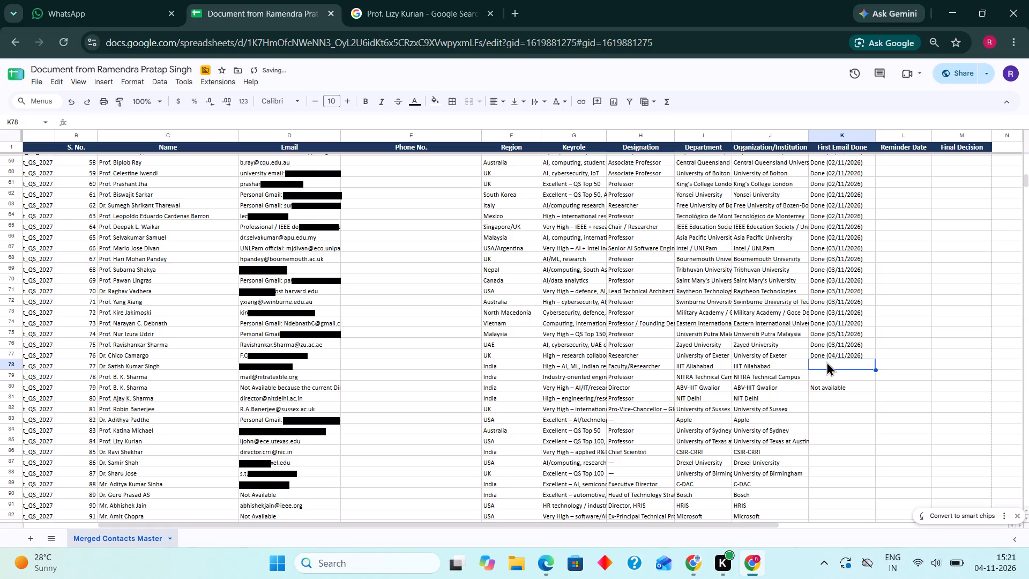
key(ctrl+v)
ctrl+click(830, 375)
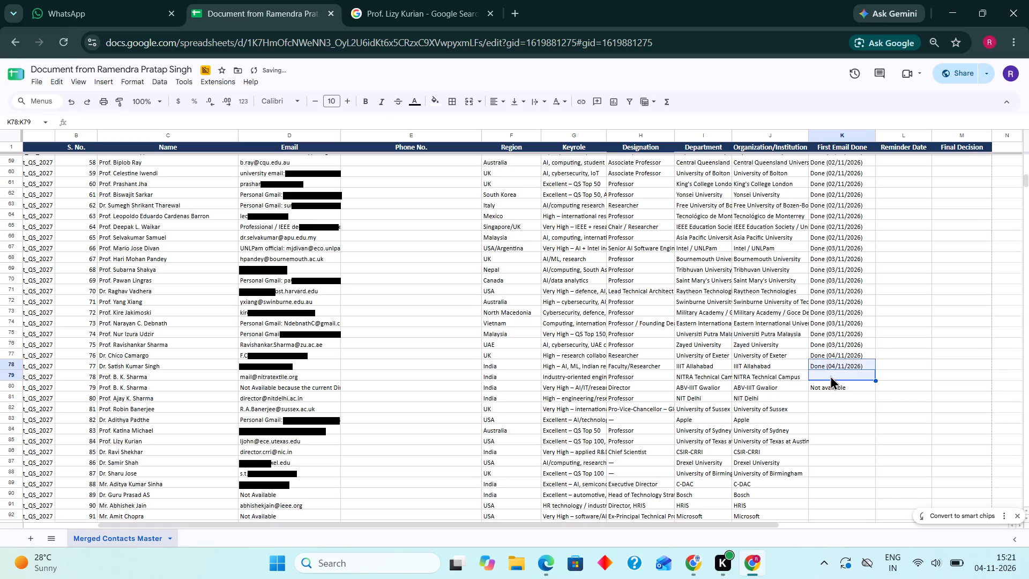
key(ctrl+v)
Paste "Done (04/11/2026)" into the First Email Done cell of row 81, skipping the row marked Not available.
ctrl+click(840, 397)
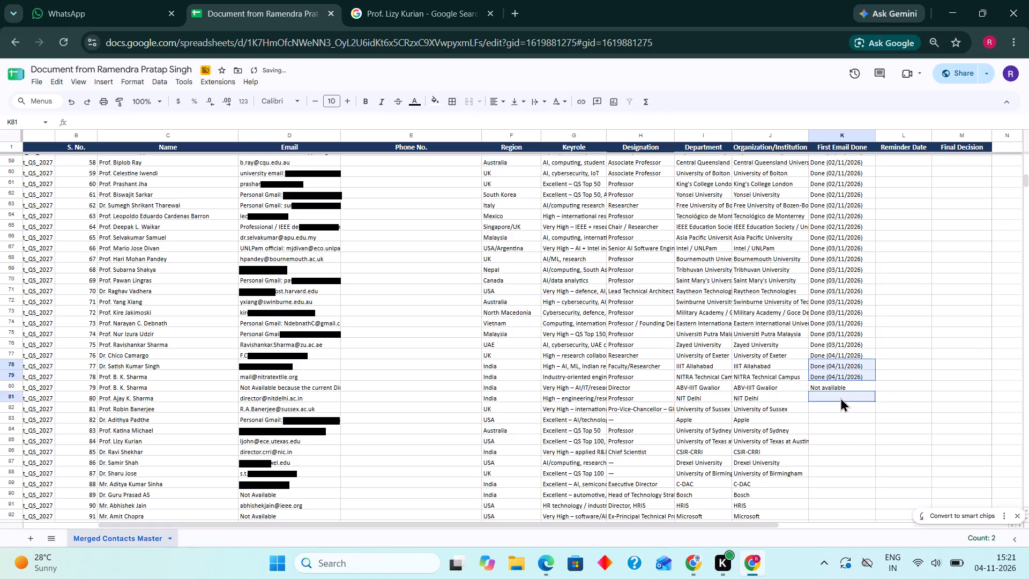
key(ctrl+v)
key(ctrl+v)
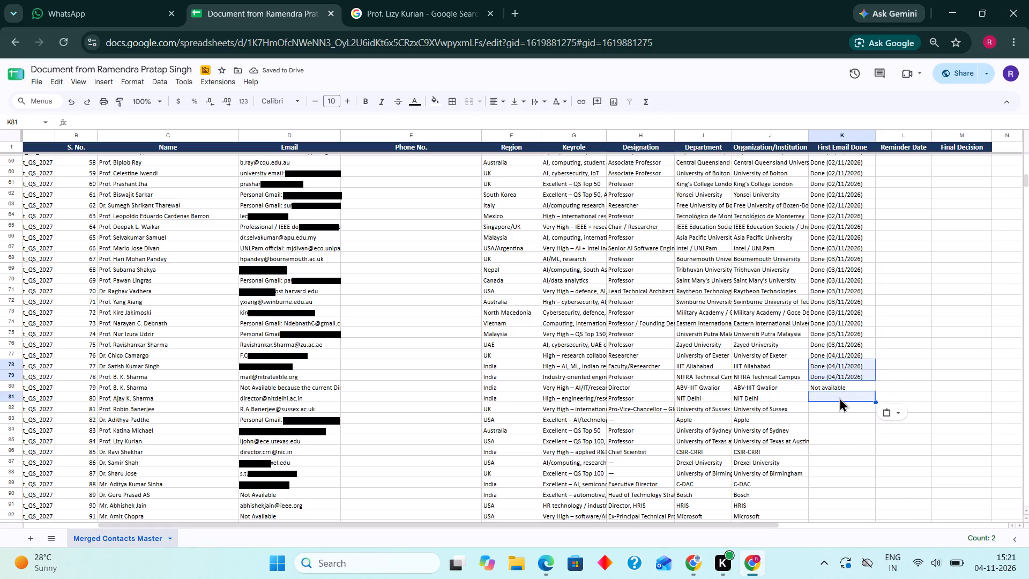
key(ctrl+v)
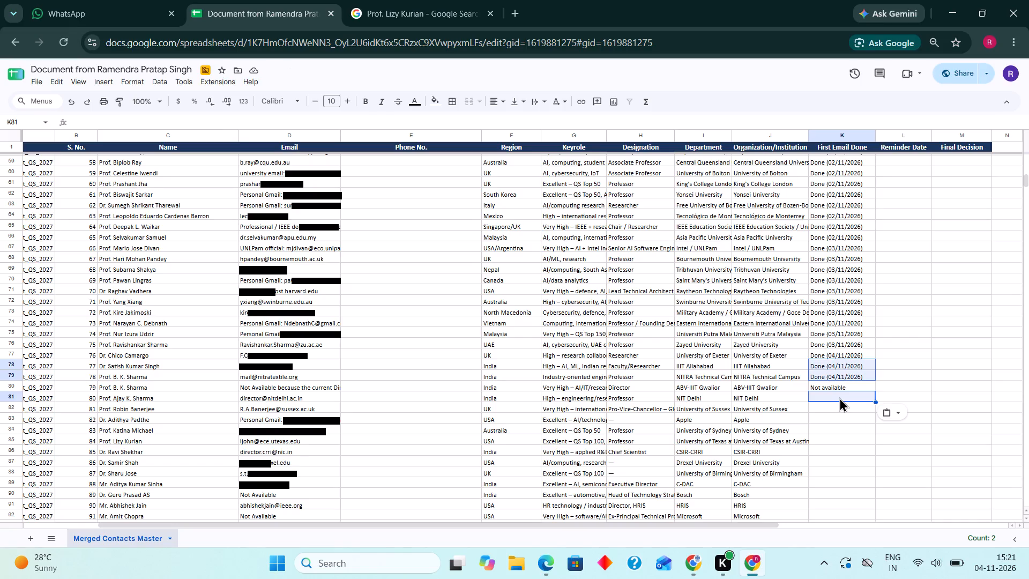
key(ctrl+v)
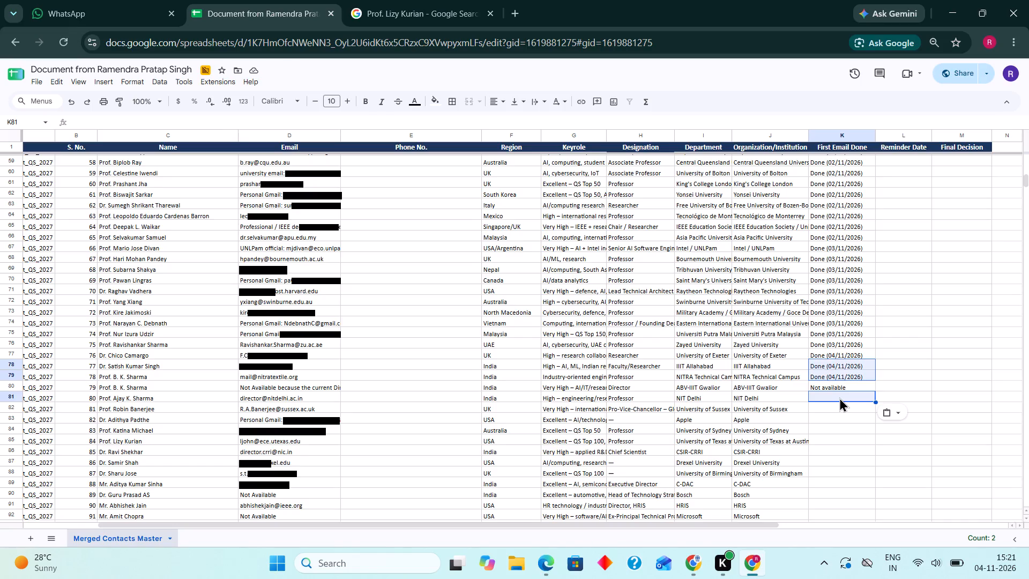
click(839, 397)
click(839, 397)
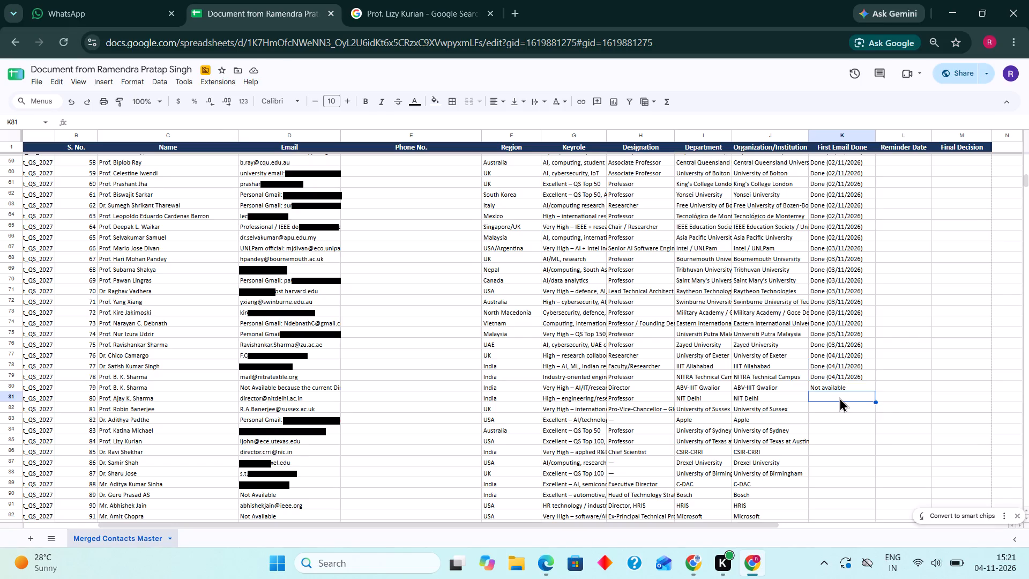
key(ctrl+v)
Paste "Done (04/11/2026)" into the First Email Done cells of rows 82 through 86.
ctrl+click(836, 407)
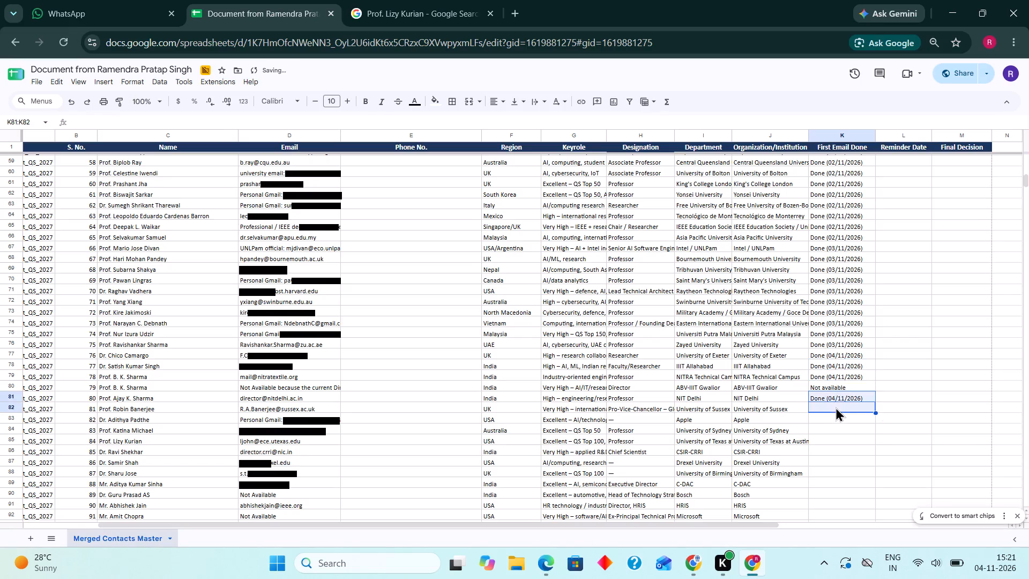
key(ctrl+v)
ctrl+click(835, 420)
key(ctrl+v)
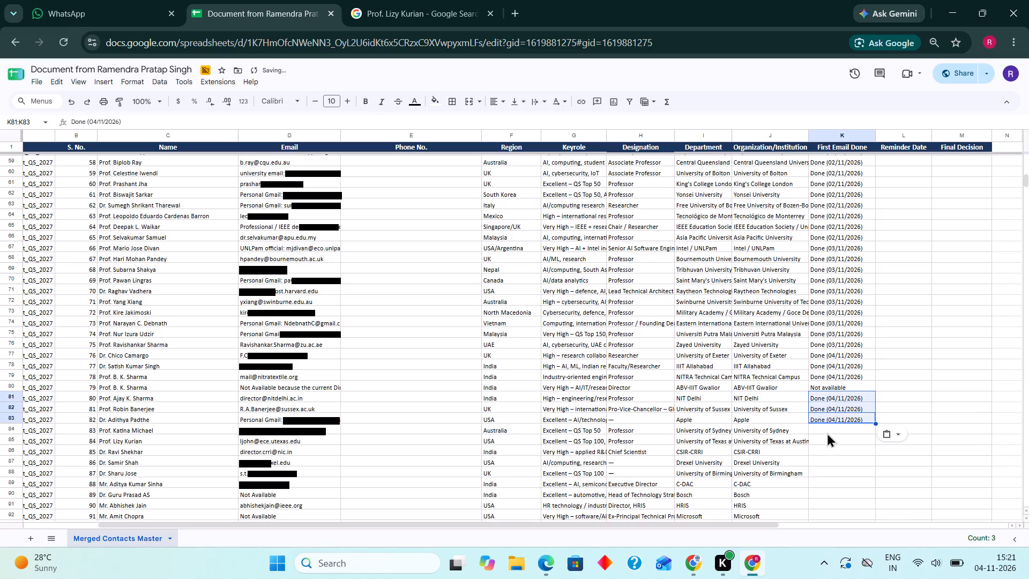
ctrl+click(827, 430)
key(ctrl+v)
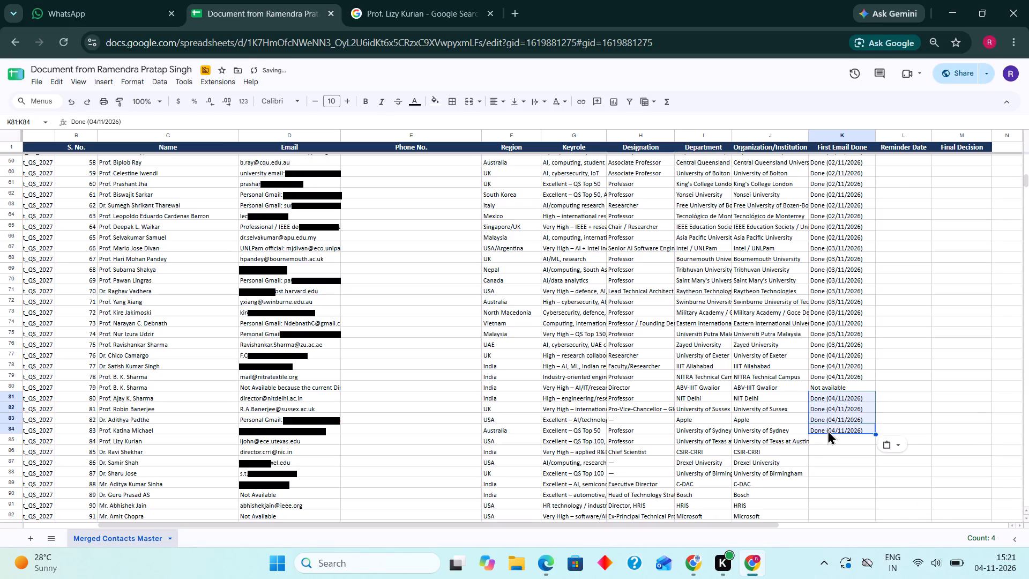
ctrl+click(828, 439)
key(ctrl+v)
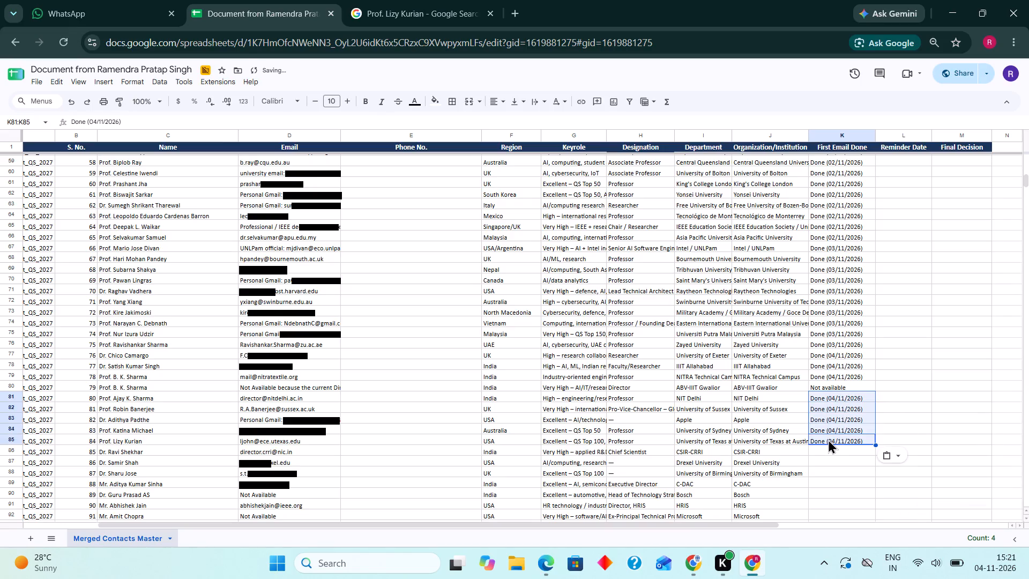
ctrl+click(821, 451)
key(ctrl+v)
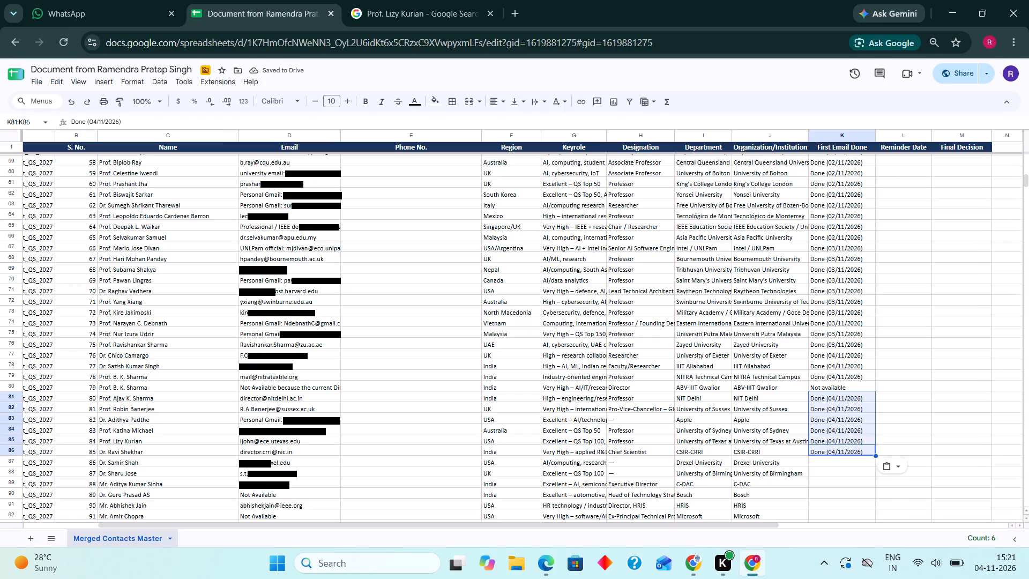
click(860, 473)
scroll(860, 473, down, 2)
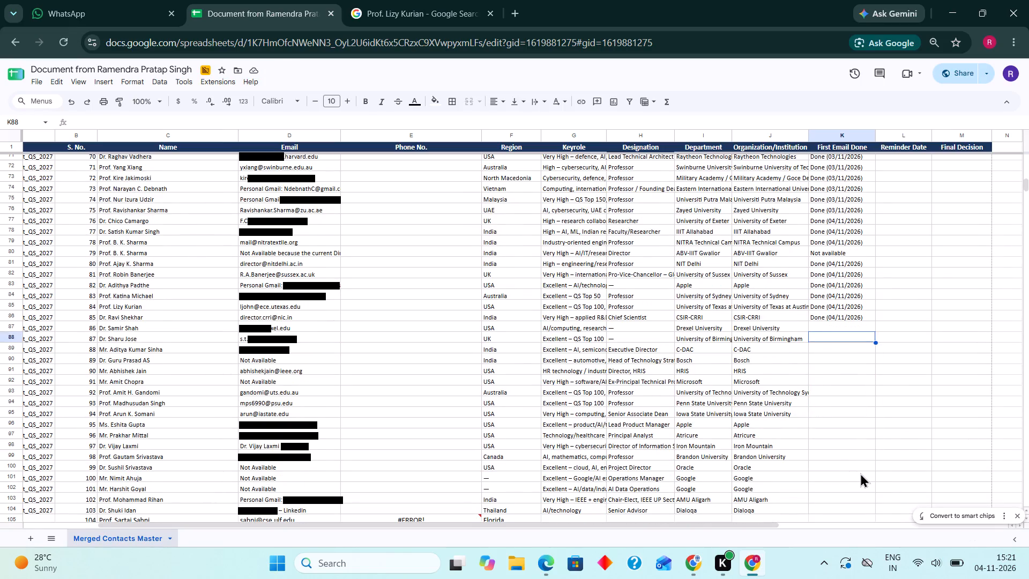
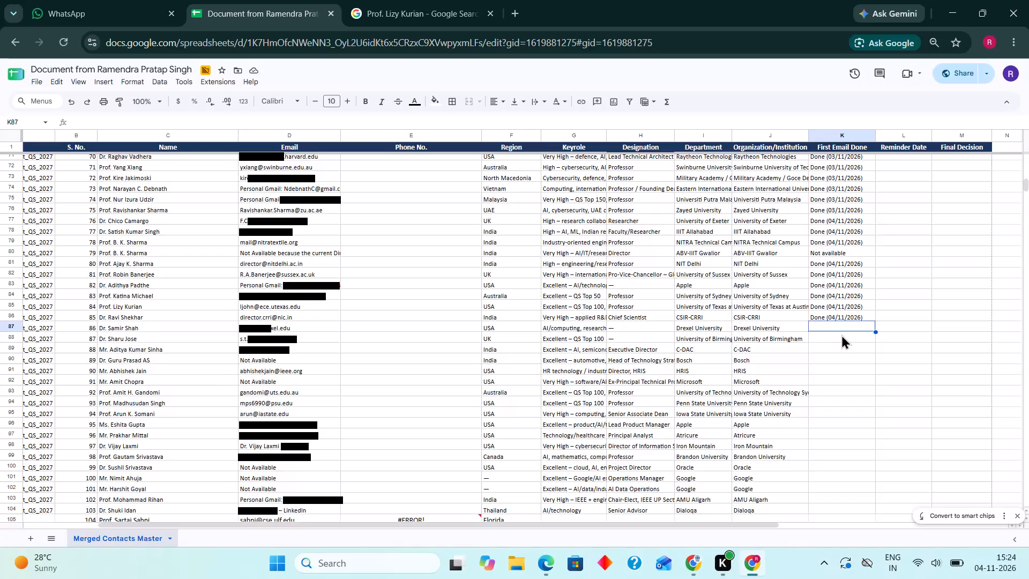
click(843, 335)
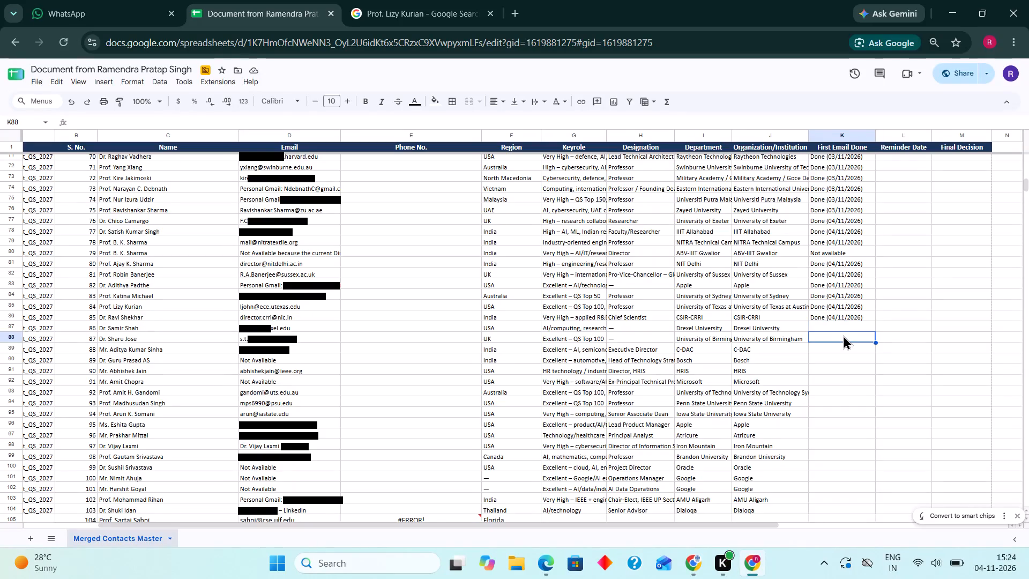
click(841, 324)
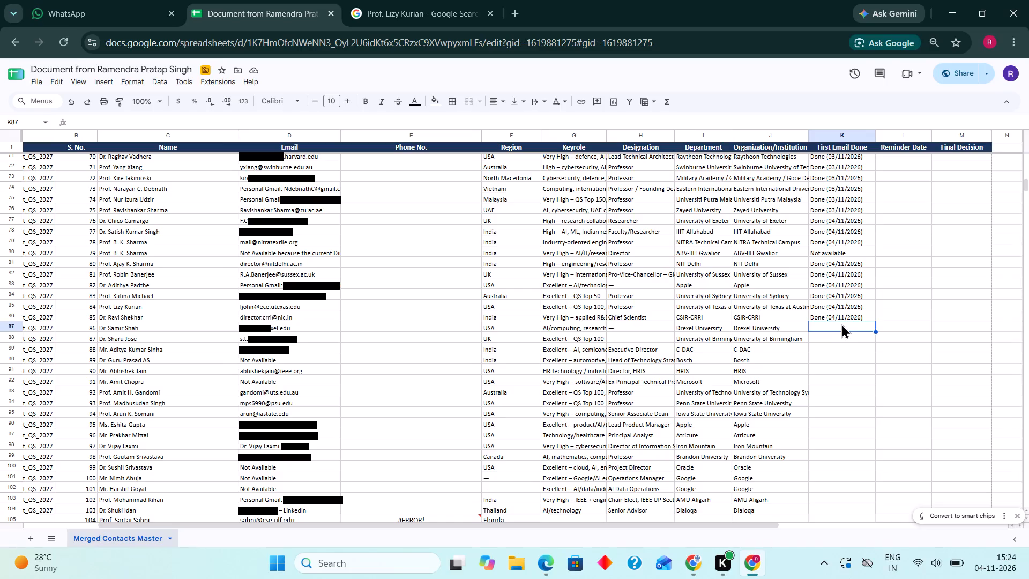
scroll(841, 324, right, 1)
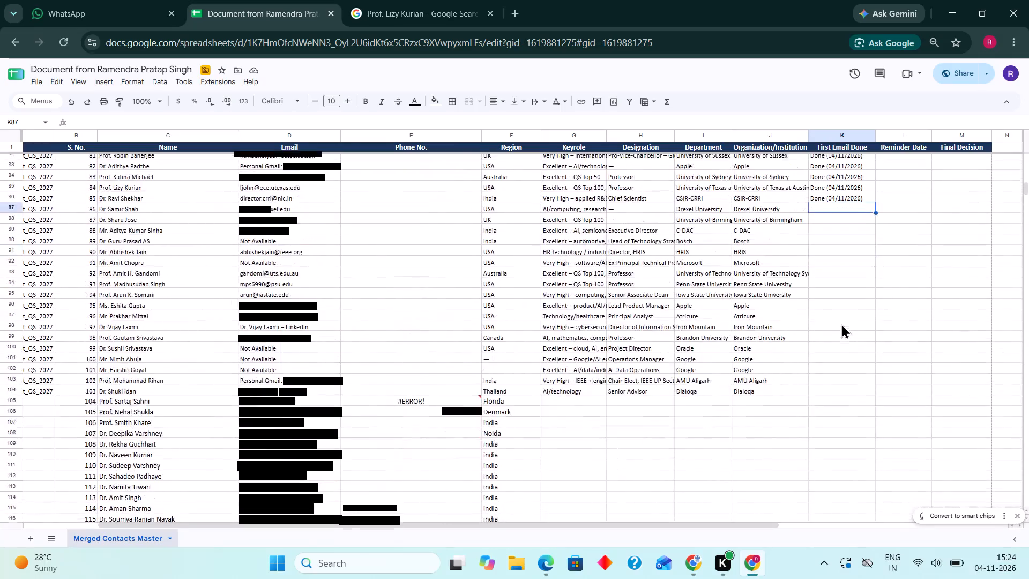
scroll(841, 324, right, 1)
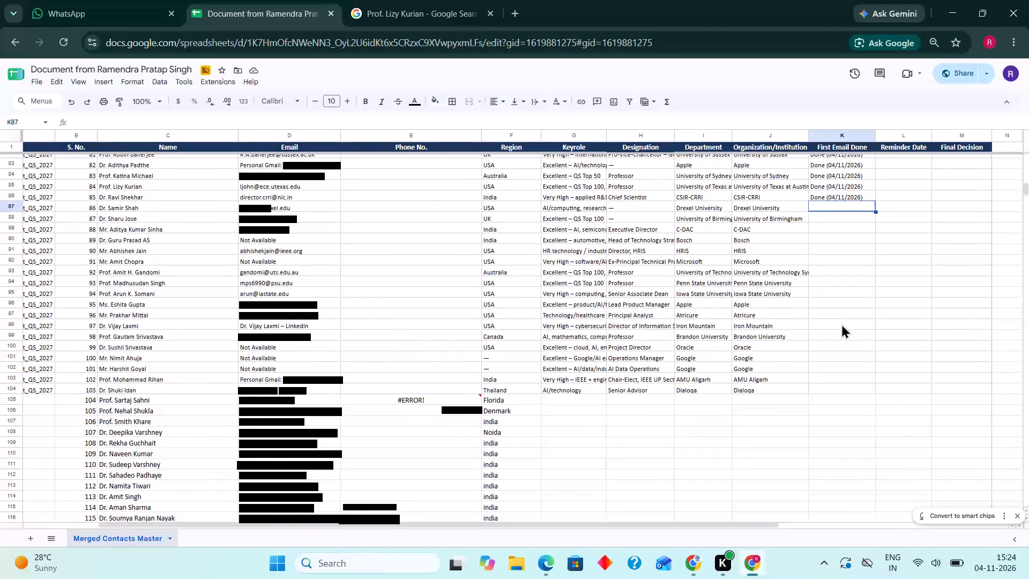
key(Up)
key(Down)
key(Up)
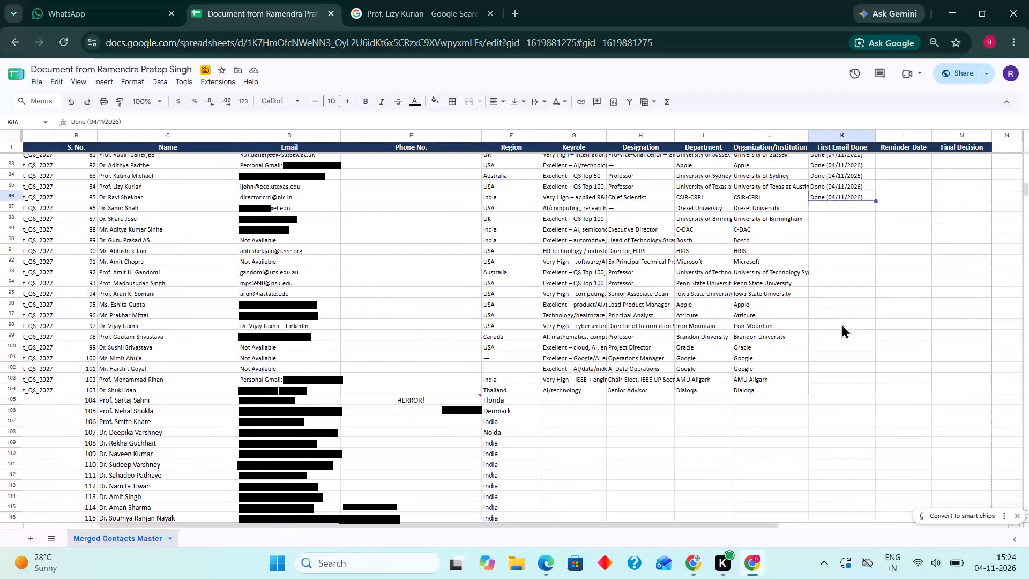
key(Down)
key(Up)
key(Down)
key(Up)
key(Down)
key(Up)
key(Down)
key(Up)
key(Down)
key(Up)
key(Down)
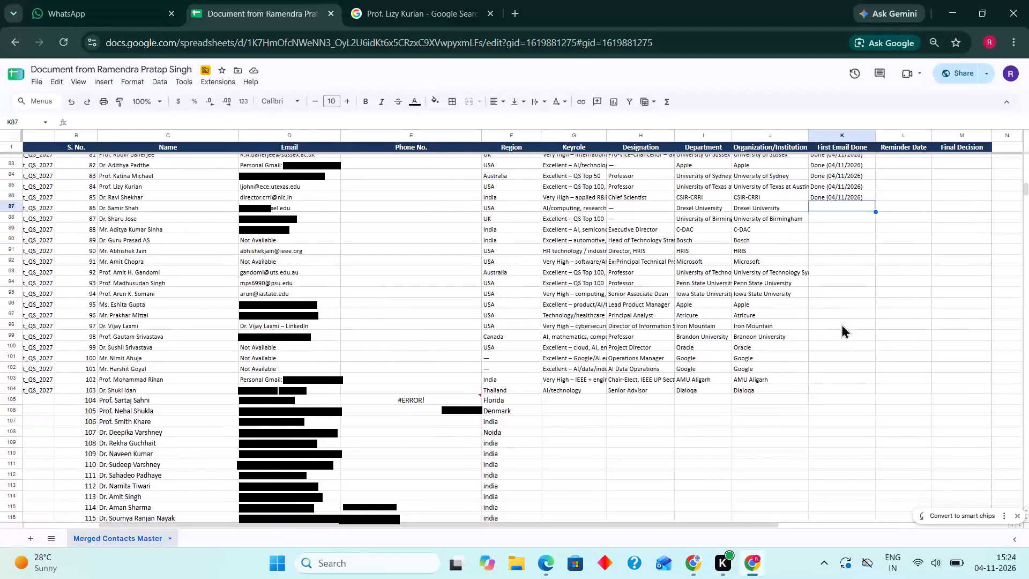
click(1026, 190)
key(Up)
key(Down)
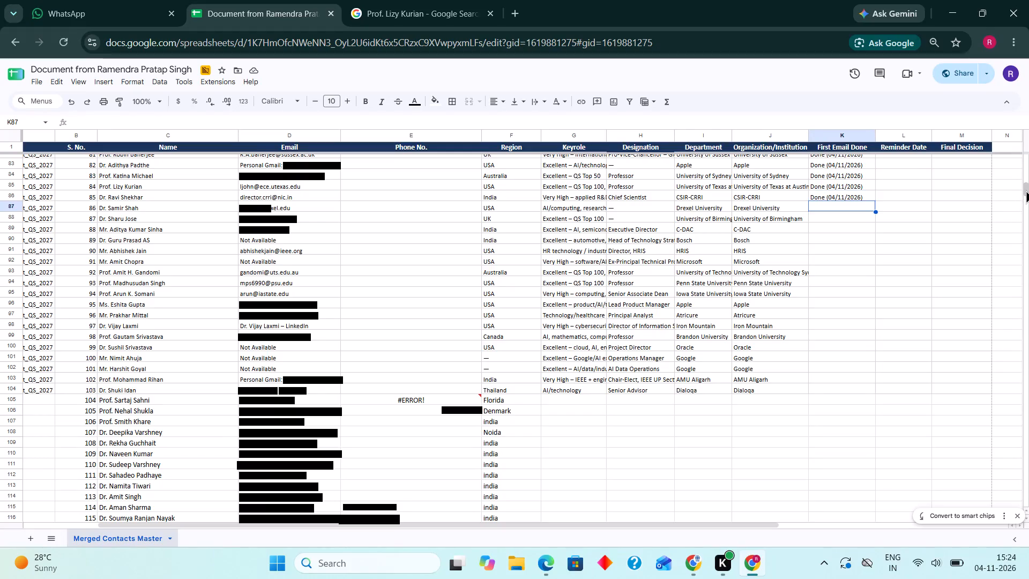
Review the First Email Done entries for the earlier contacts, around rows 42 to 81.
drag(1025, 185, 1025, 179)
drag(1025, 179, 1019, 173)
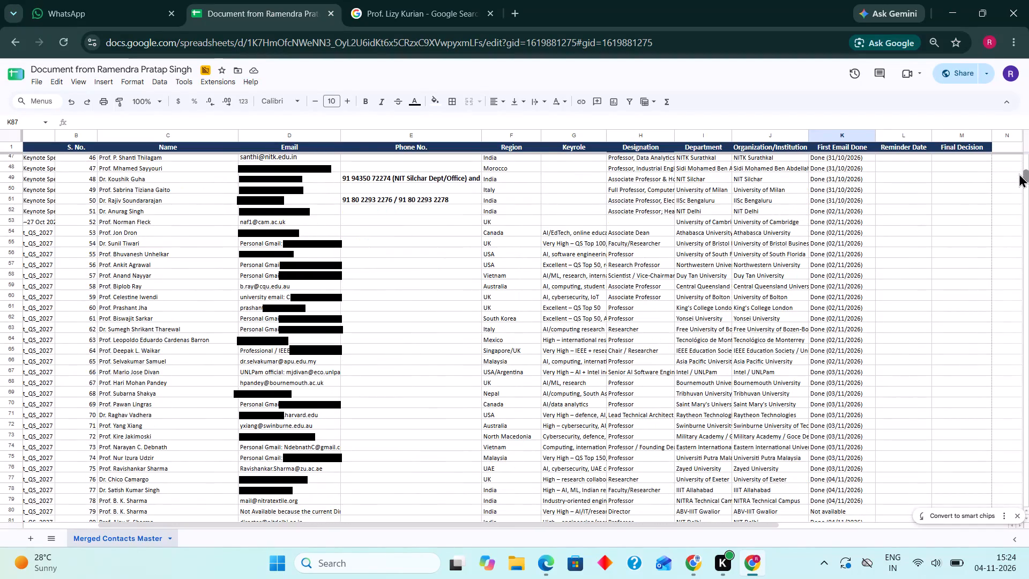
scroll(825, 385, up, 3)
scroll(825, 385, down, 1)
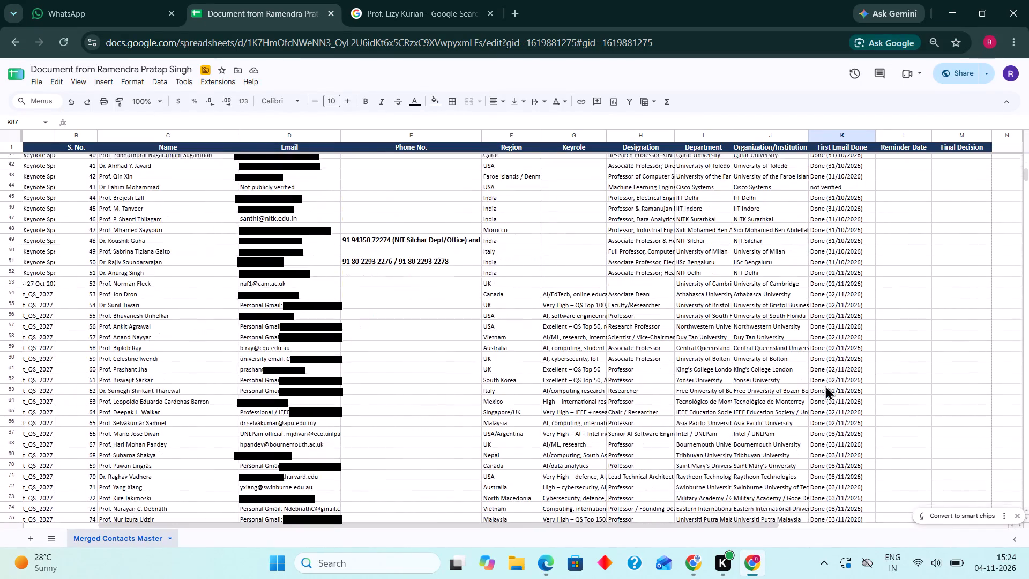
scroll(825, 385, down, 1)
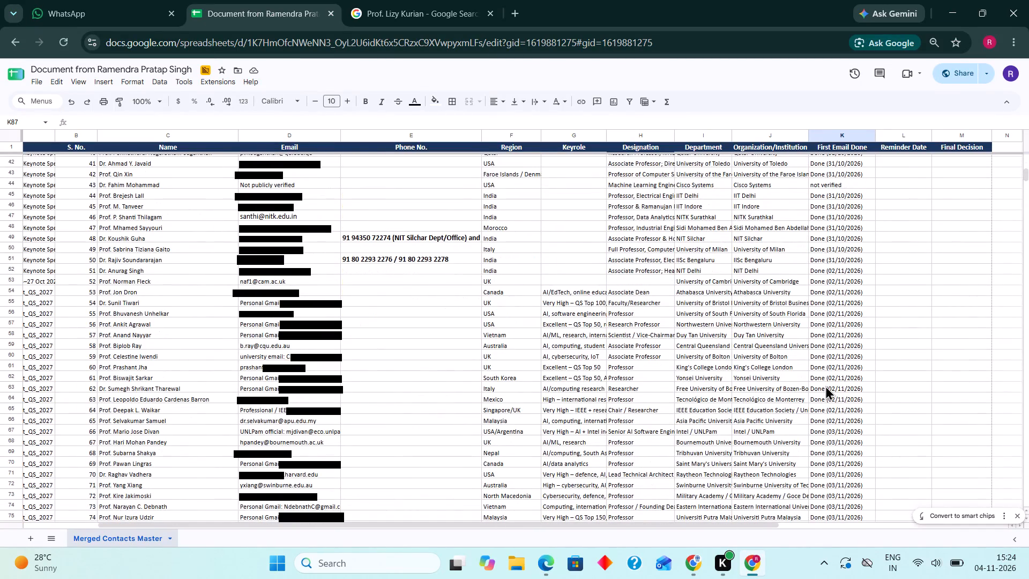
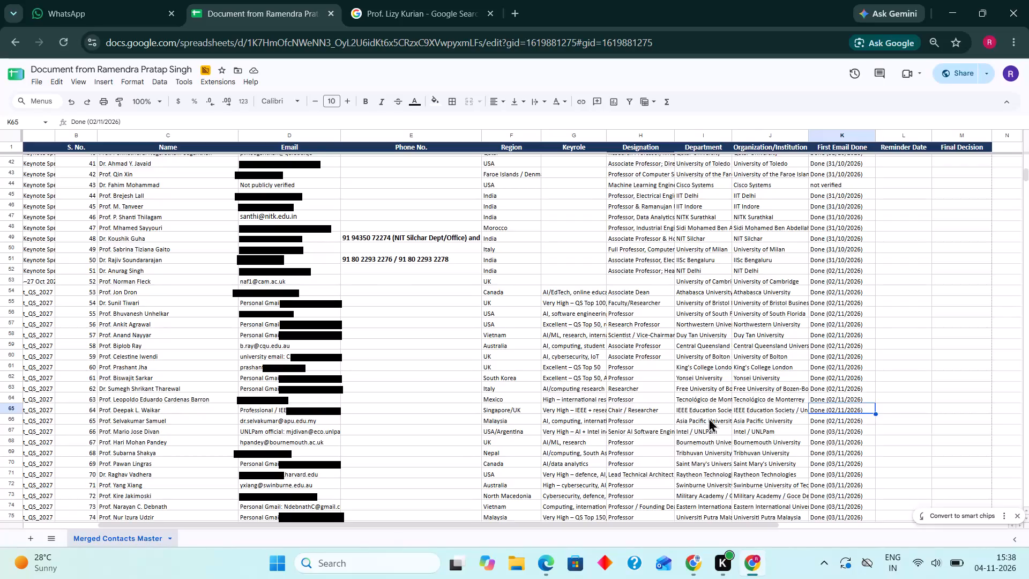
Examine the contact list down to its last entries, checking the First Email Done column and the contact records in rows 86 and 87.
scroll(713, 403, down, 6)
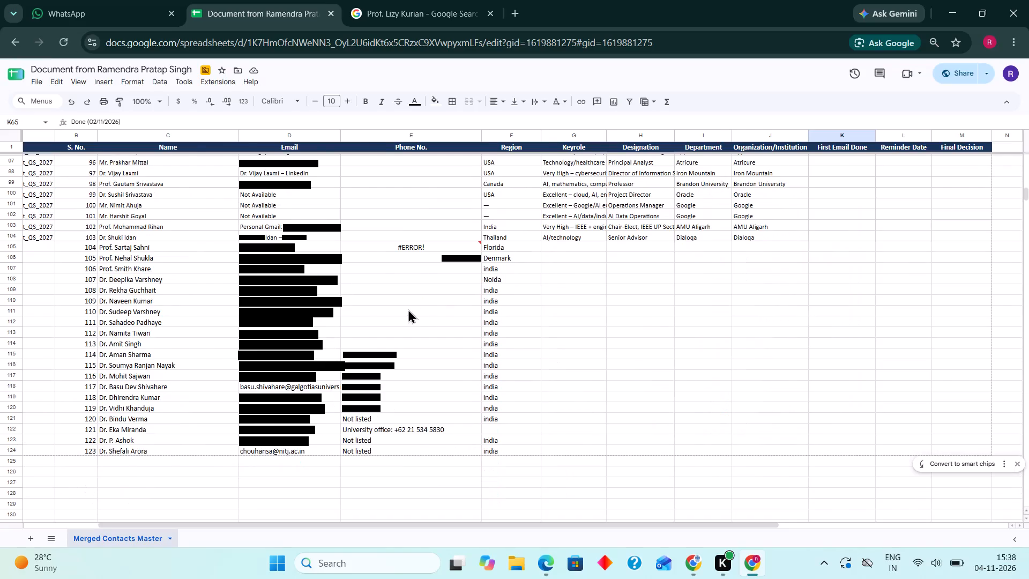
scroll(408, 309, right, 4)
scroll(408, 309, up, 5)
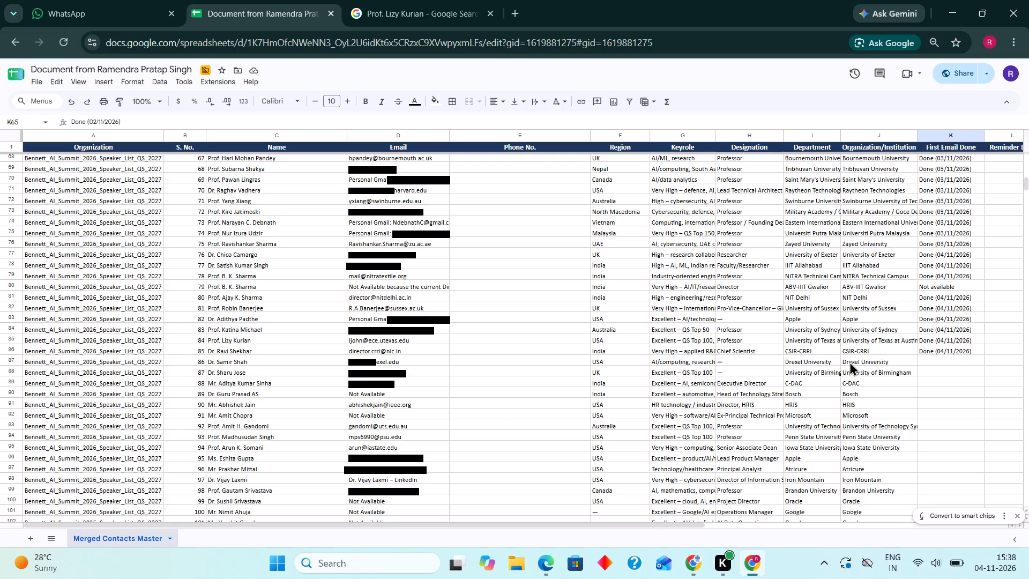
click(956, 347)
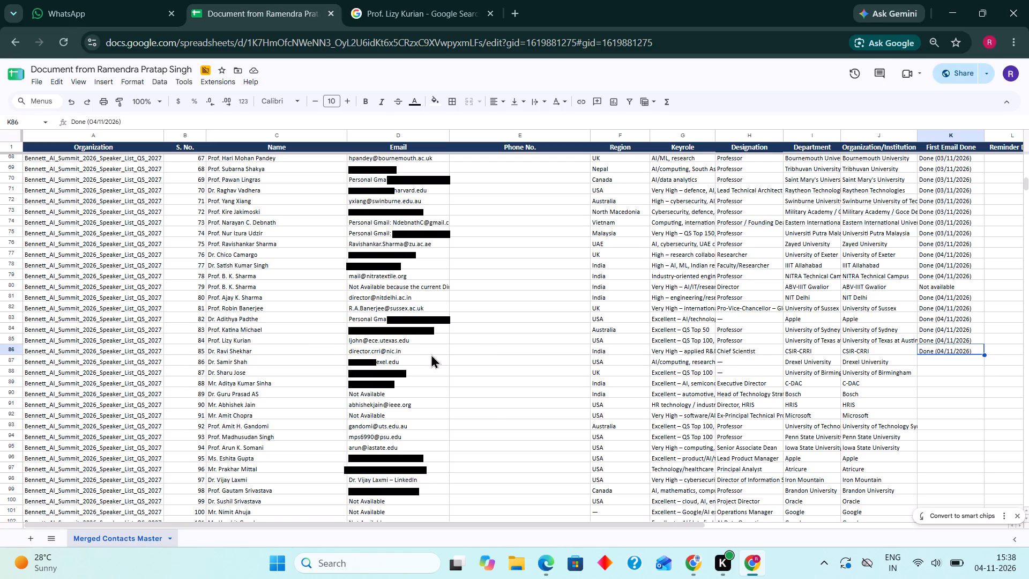
click(195, 347)
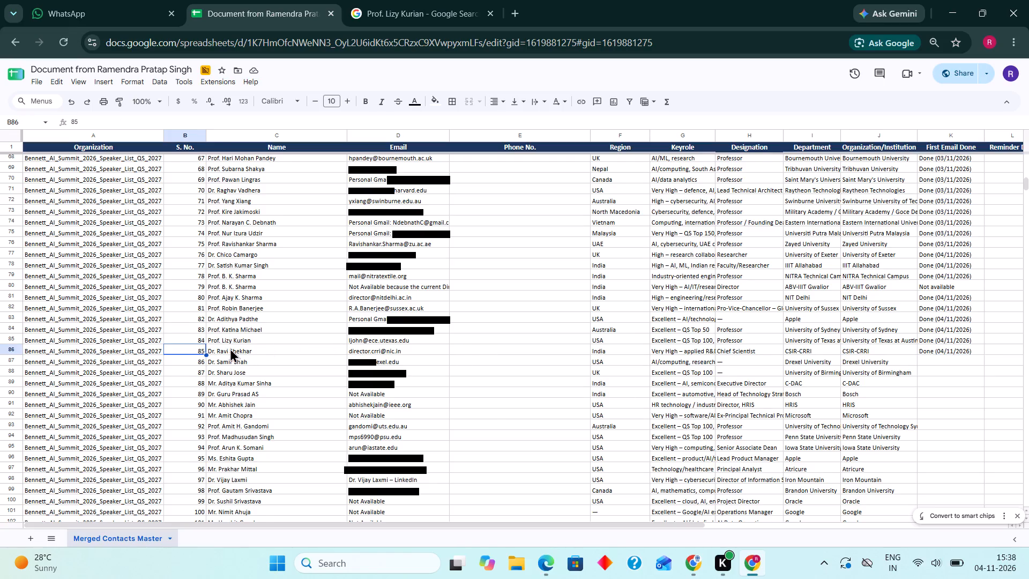
click(233, 349)
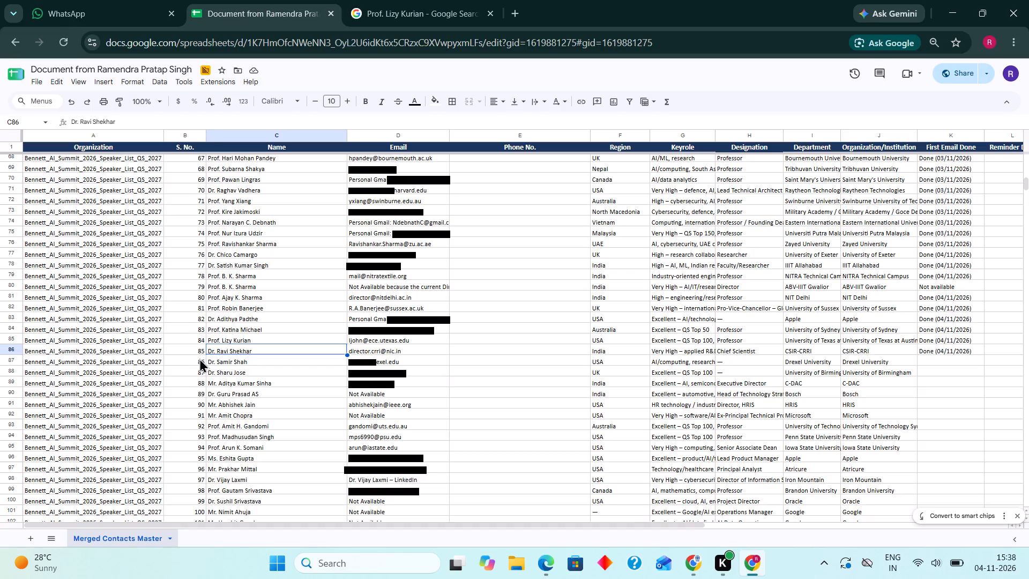
click(199, 358)
click(147, 358)
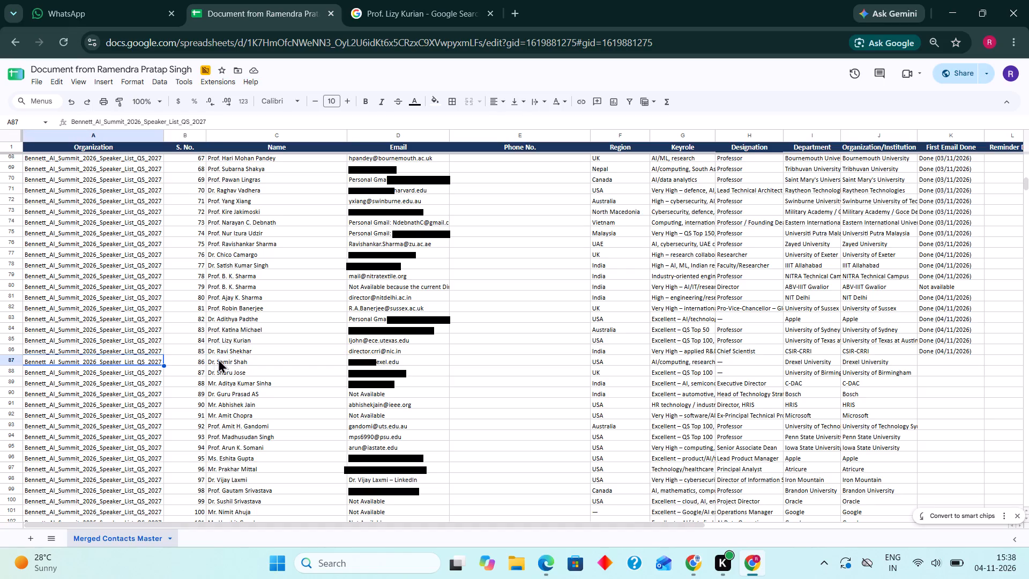
click(229, 357)
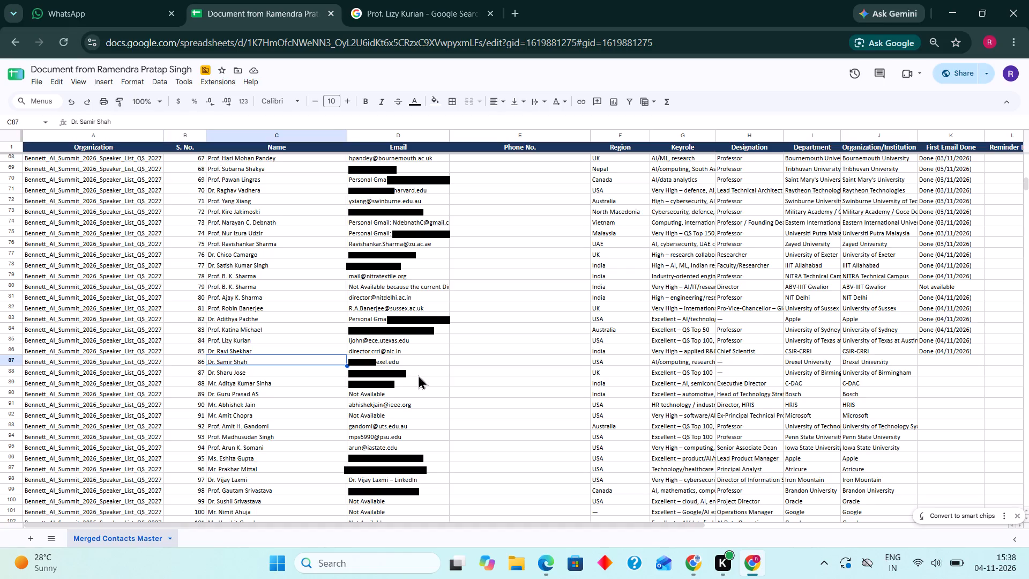